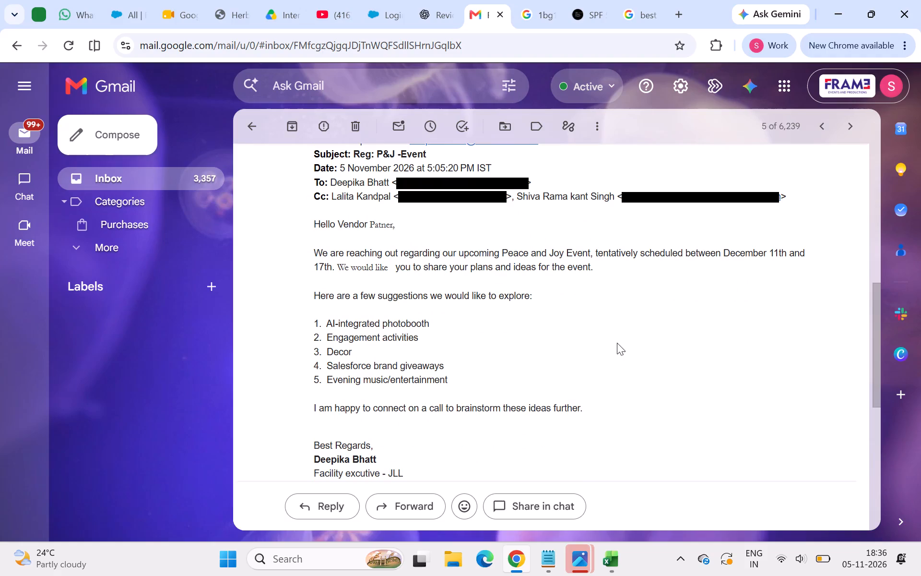
# Read through the Peace and Joy Event request email, covering the suggested ideas and the closing signature.
pyautogui.scroll(-1, 617, 343)
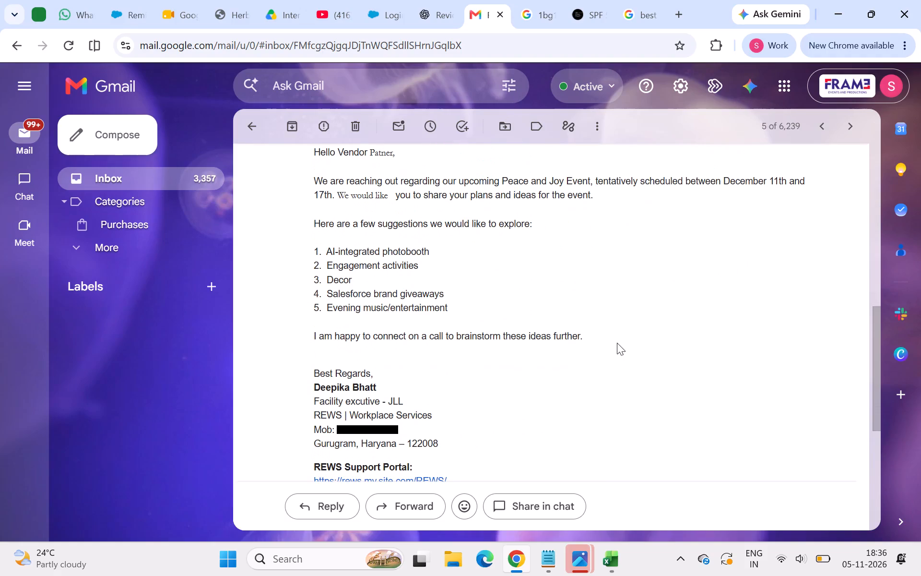
# Read the rest of the vendor email about the Peace and Joy Event, from the suggested ideas down past the signature.
pyautogui.scroll(-2, 617, 343)
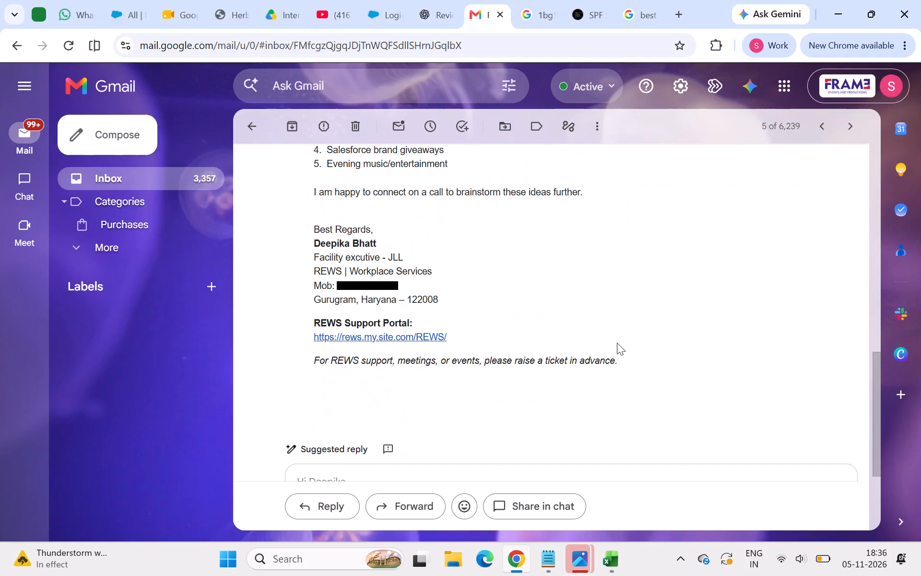
# Reread the forwarded Peace and Joy Event email, checking the tentative dates, the suggested ideas and the suggested reply.
pyautogui.scroll(4, 617, 343)
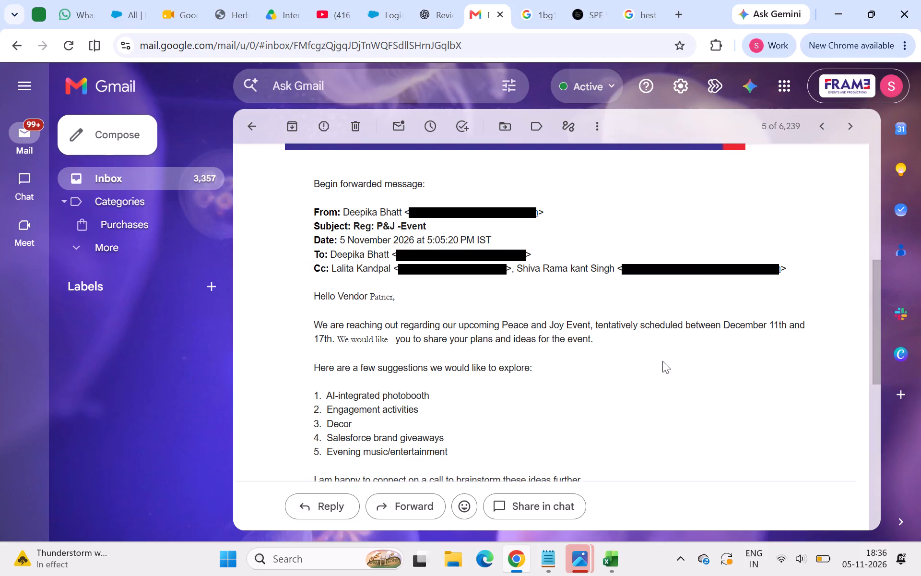
pyautogui.scroll(-1, 662, 361)
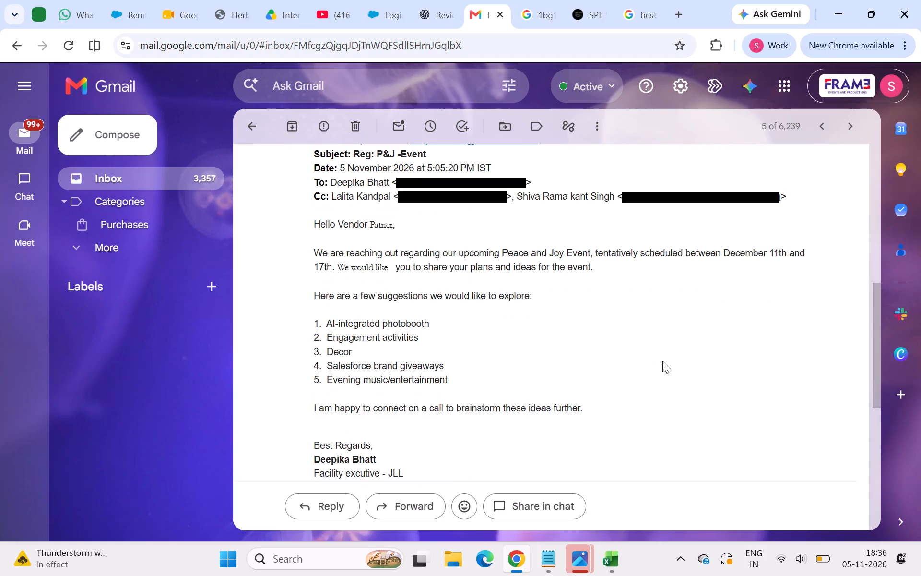
pyautogui.scroll(-4, 662, 361)
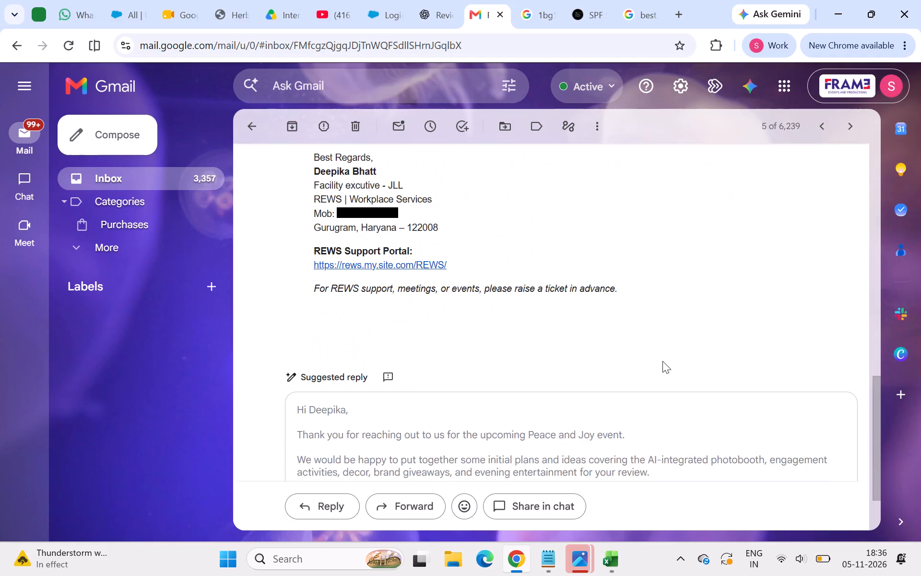
pyautogui.scroll(-2, 663, 361)
pyautogui.scroll(11, 663, 361)
pyautogui.scroll(-2, 663, 361)
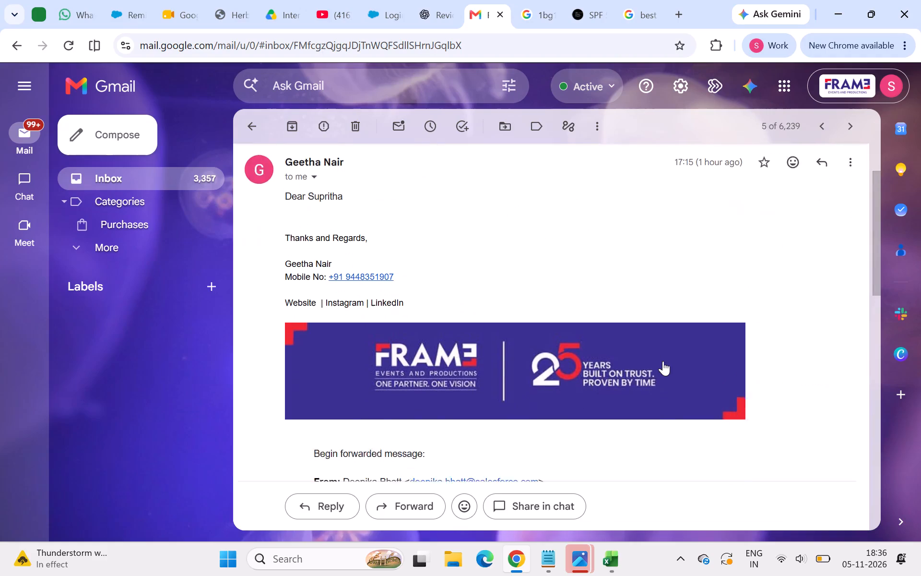
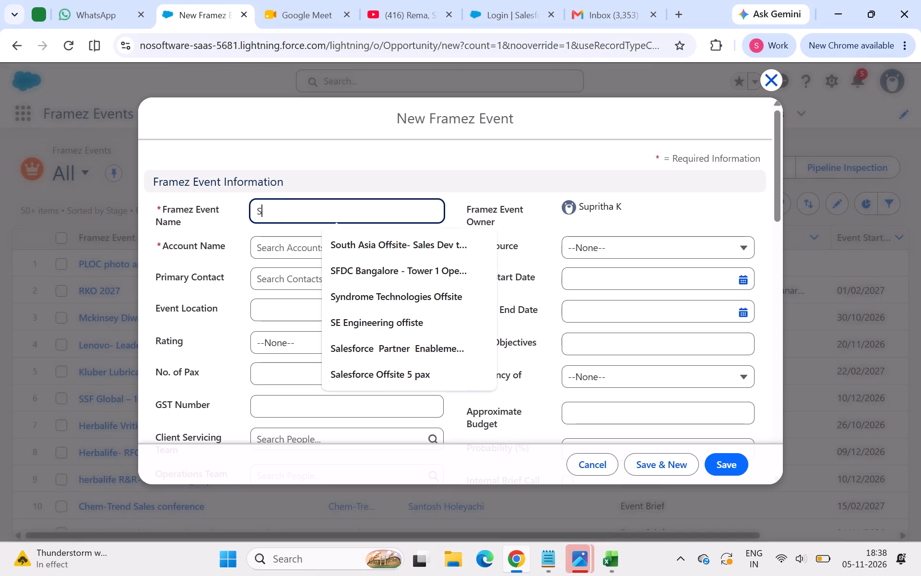
# Name the new Framez Event "Salesforce Peace and Joy".
pyautogui.press('BackSpace')
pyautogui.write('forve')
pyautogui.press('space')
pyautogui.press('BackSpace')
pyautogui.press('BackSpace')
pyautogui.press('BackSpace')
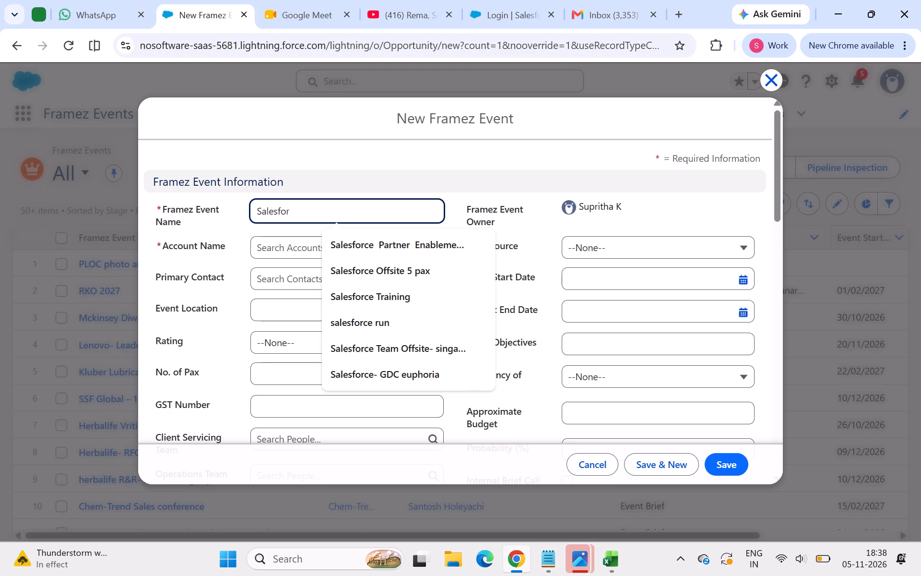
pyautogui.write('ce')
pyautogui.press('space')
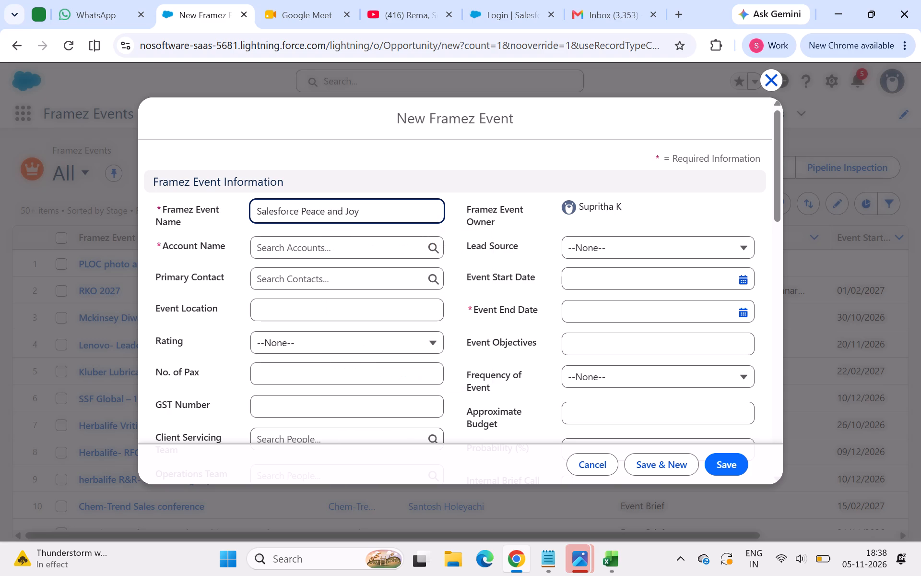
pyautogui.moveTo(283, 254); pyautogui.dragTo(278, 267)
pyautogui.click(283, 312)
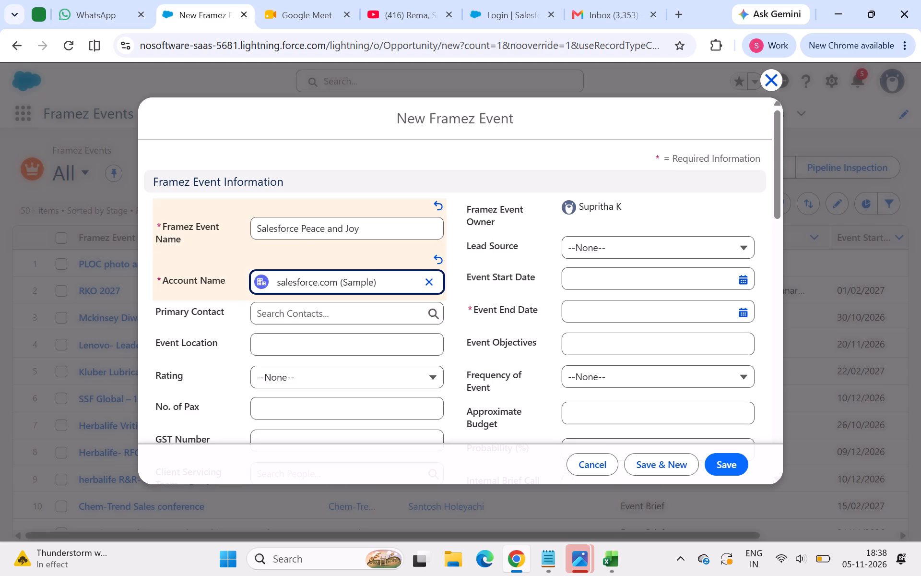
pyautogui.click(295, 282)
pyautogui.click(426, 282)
# Search accounts for "sal" and set the event's account to "Salesforce.", the entry with the trailing period.
pyautogui.click(310, 281)
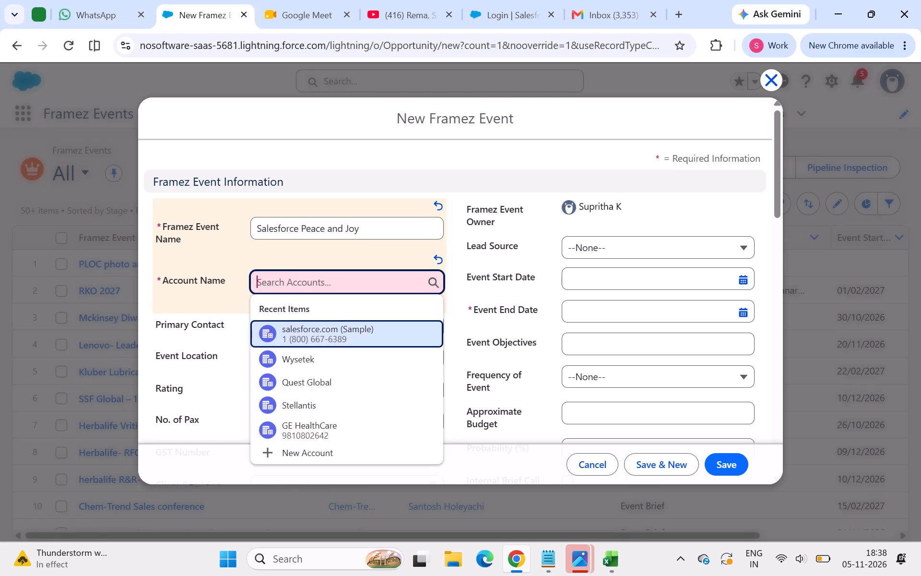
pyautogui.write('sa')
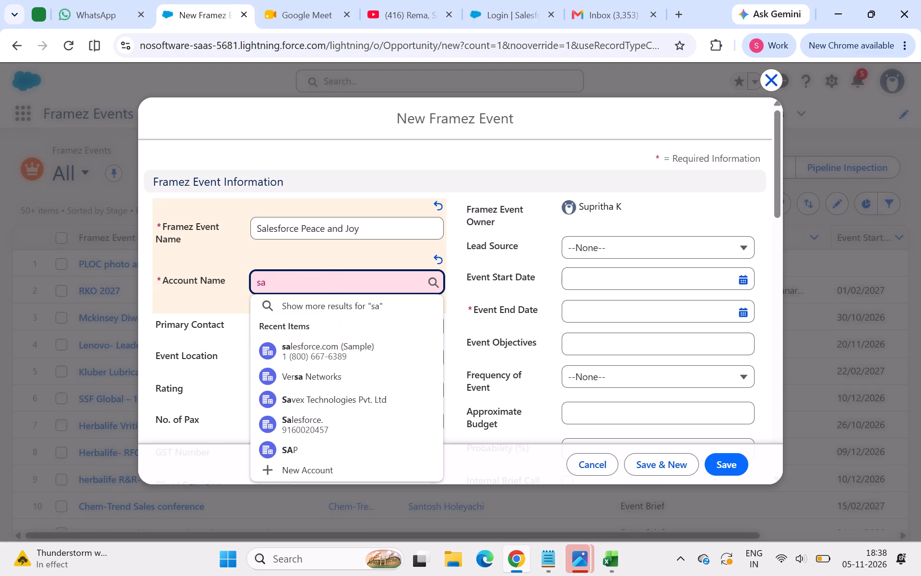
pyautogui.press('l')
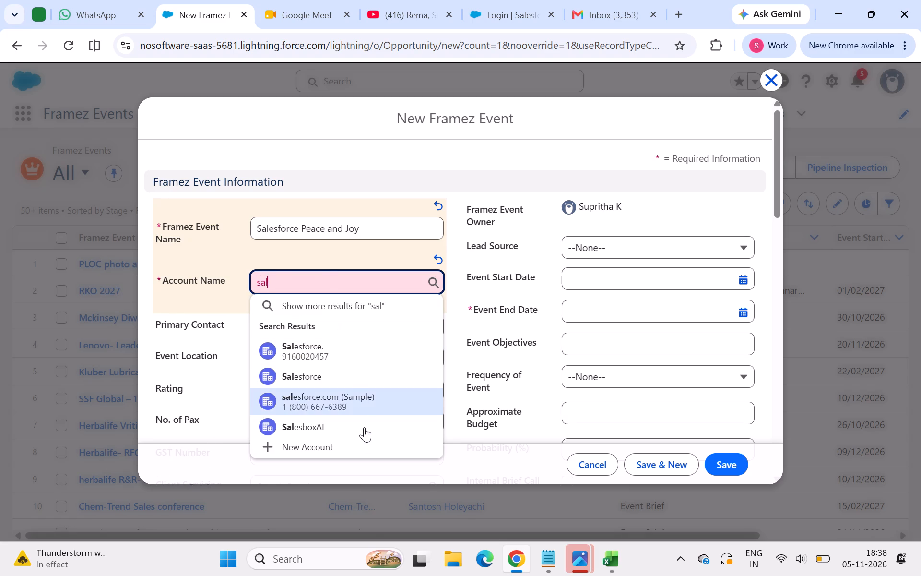
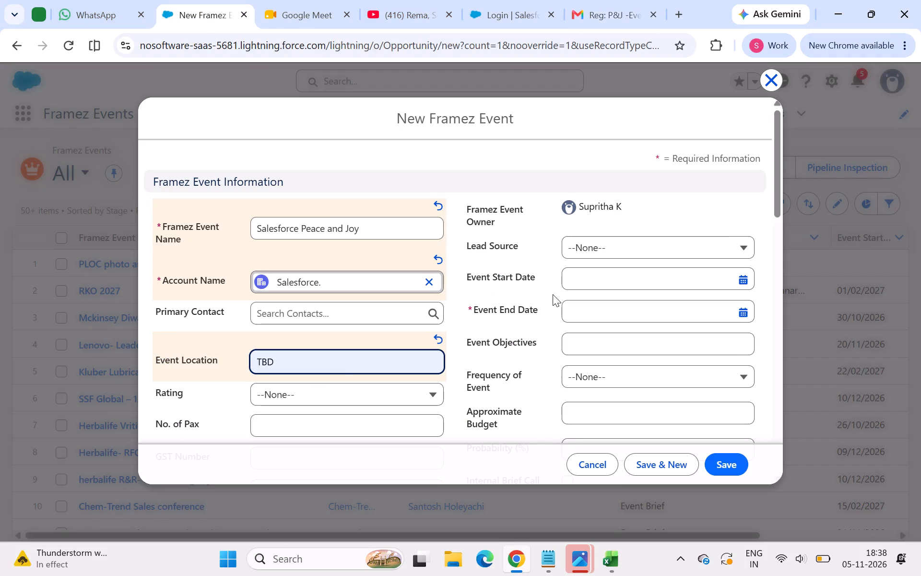
# Bring up December 2026 in the Event Start Date calendar of the new Framez Event.
pyautogui.click(594, 288)
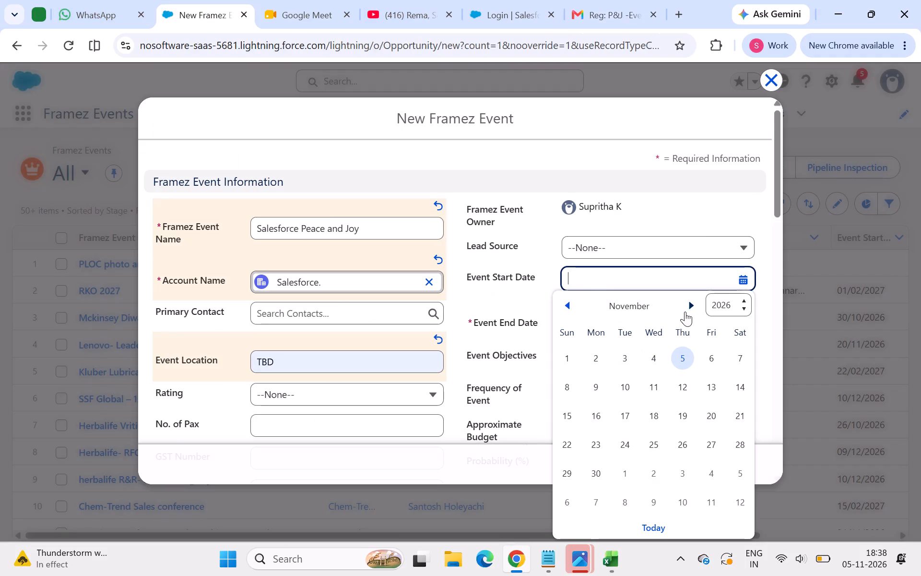
pyautogui.click(690, 306)
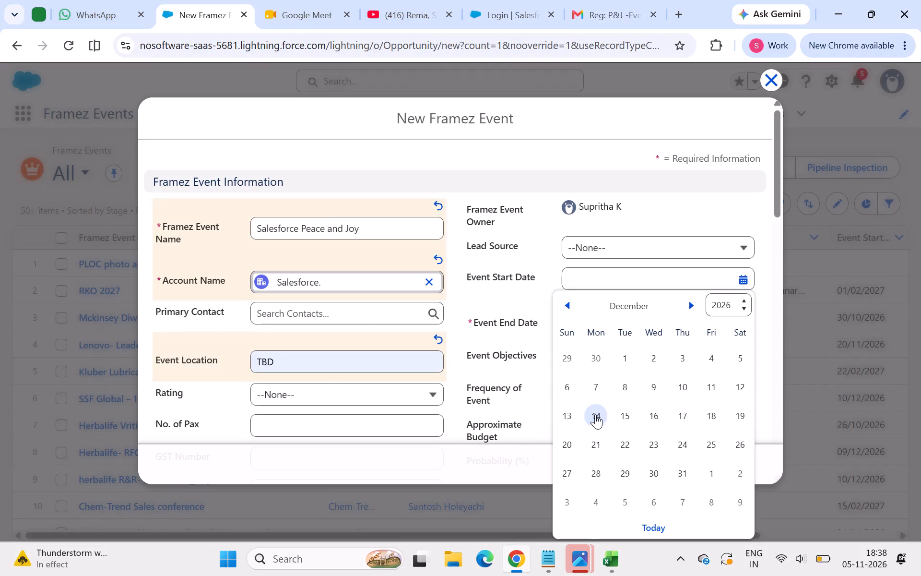
# Set the new Salesforce Peace and Joy event's start date to 11/12/2026 and its end date to 17/12/2026.
pyautogui.click(712, 380)
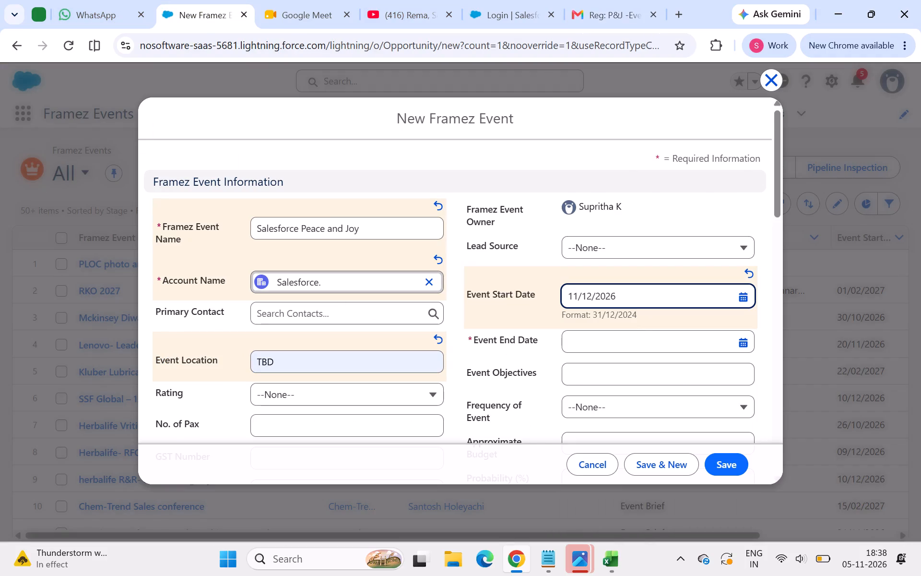
pyautogui.click(594, 351)
pyautogui.click(688, 85)
pyautogui.click(688, 85)
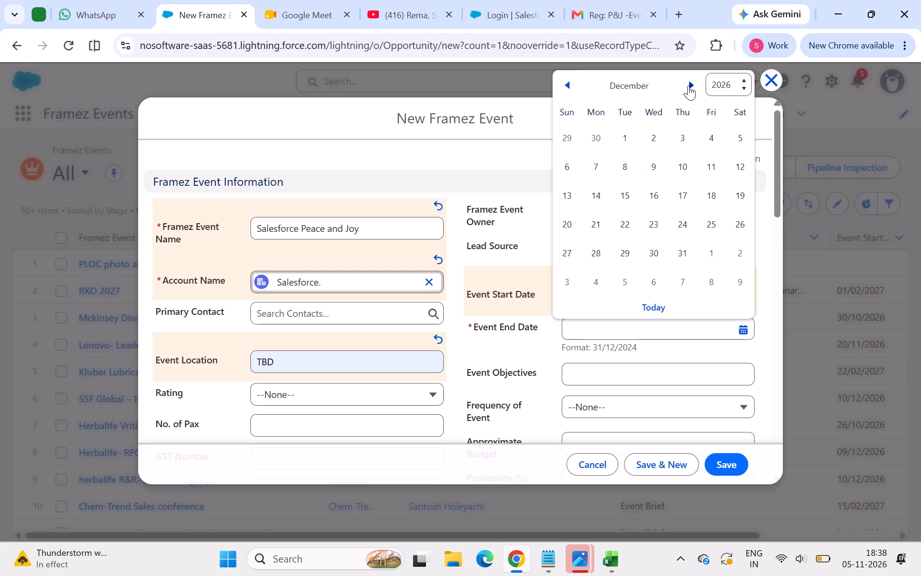
pyautogui.click(566, 84)
pyautogui.click(680, 193)
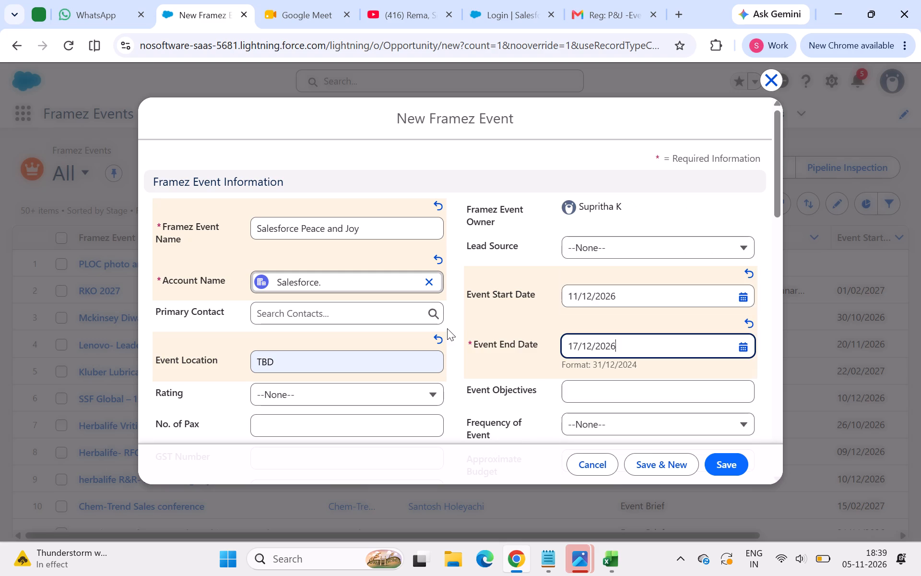
# Set the new Salesforce Peace and Joy event's stage to Event Brief, review the remaining fields, and save the record.
pyautogui.scroll(-3, 447, 333)
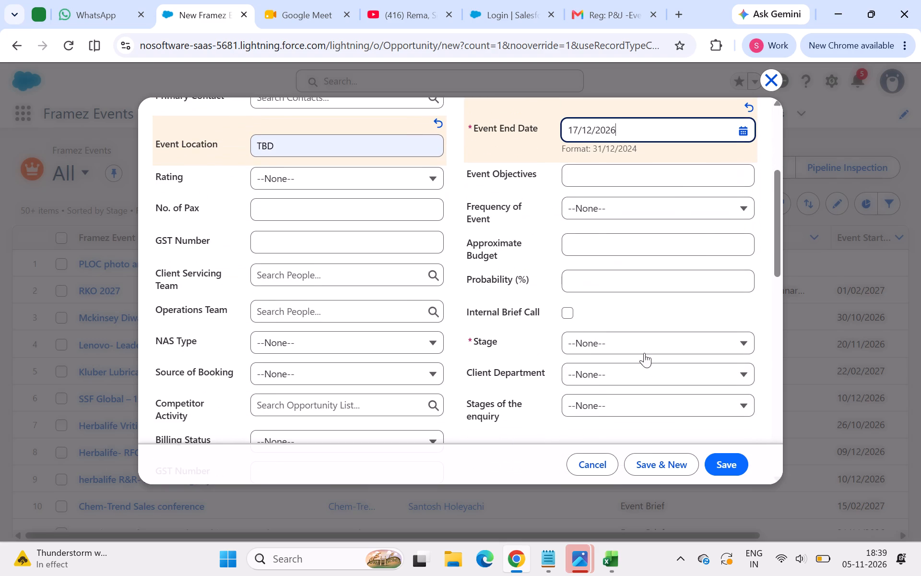
pyautogui.click(641, 348)
pyautogui.click(619, 164)
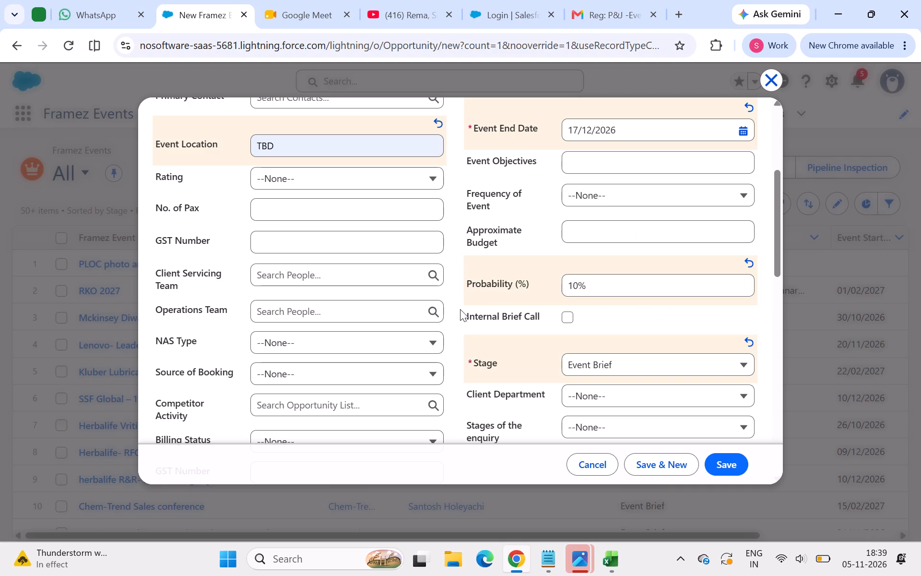
pyautogui.scroll(3, 422, 310)
pyautogui.scroll(-8, 421, 310)
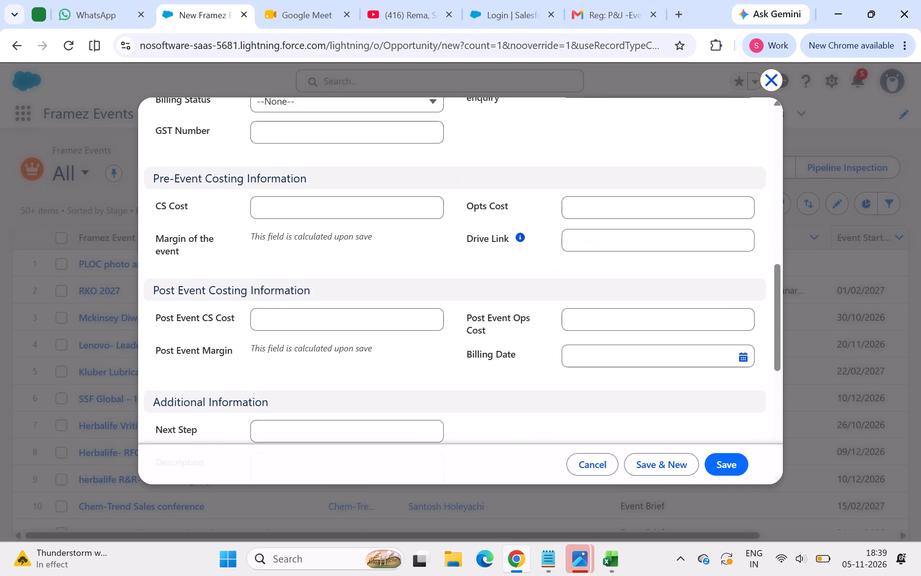
pyautogui.scroll(-4, 421, 310)
pyautogui.scroll(15, 421, 310)
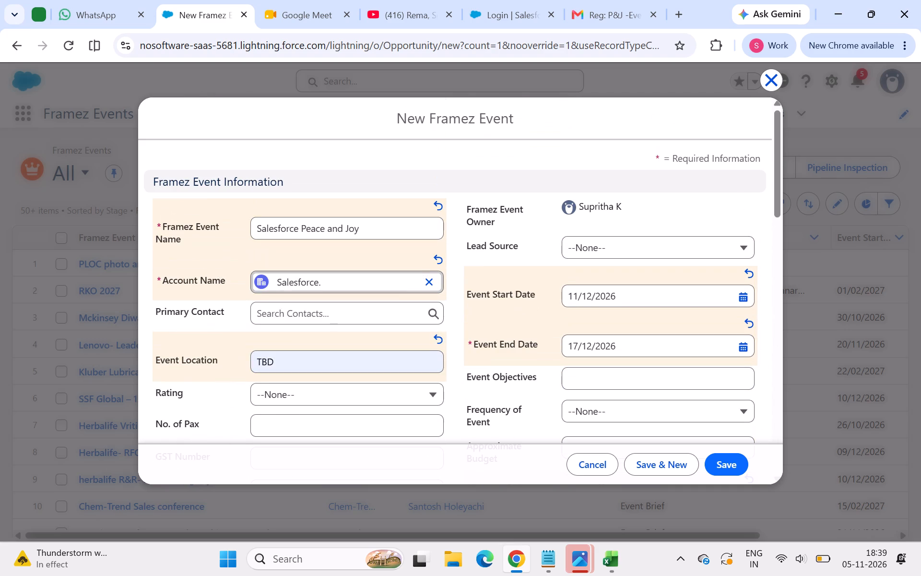
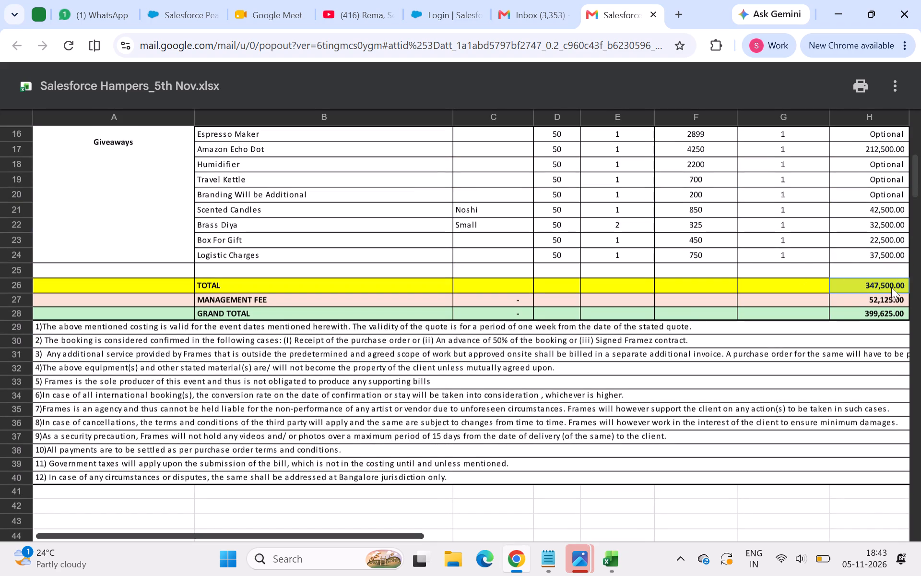
# Review the management fee, the totals and the giveaway line items in the Salesforce Hampers_5th Nov.xlsx cost sheet.
pyautogui.click(877, 301)
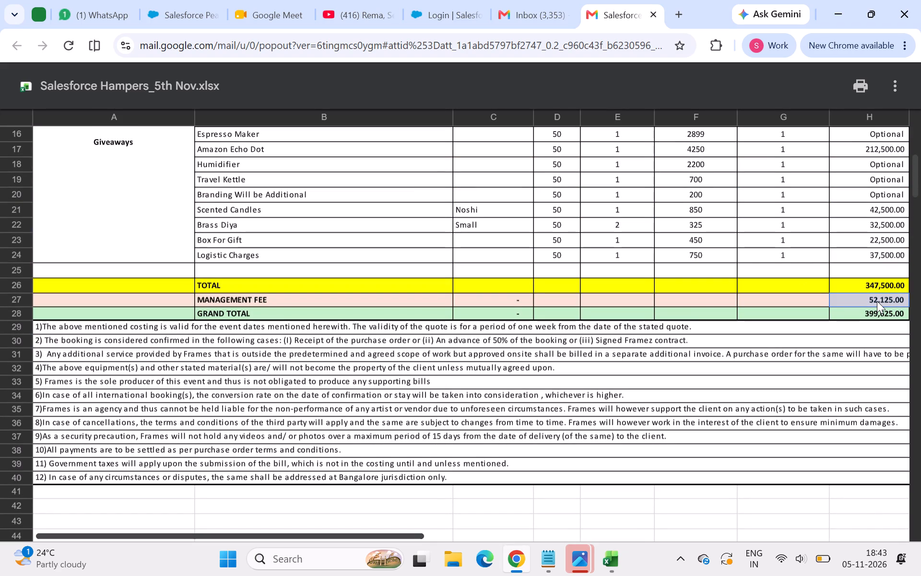
pyautogui.scroll(4, 882, 239)
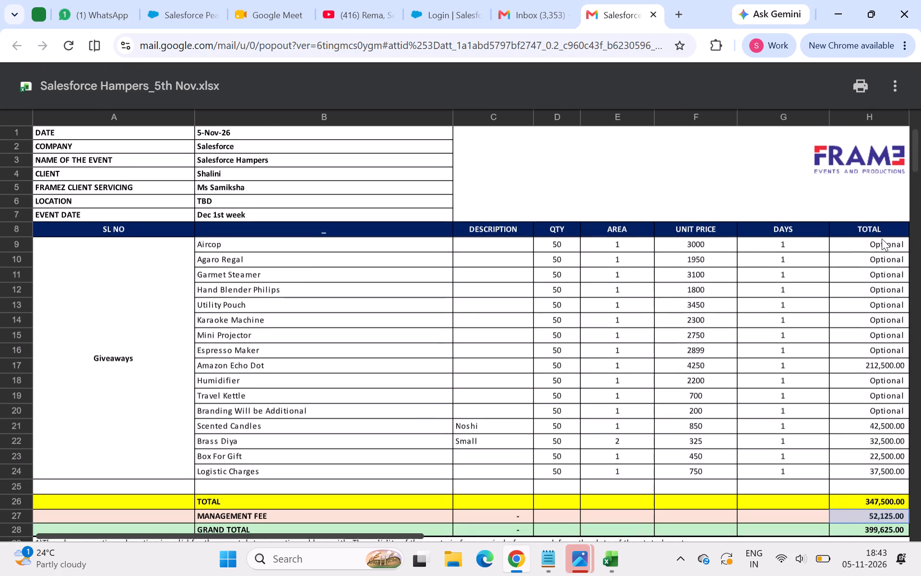
pyautogui.scroll(-1, 882, 239)
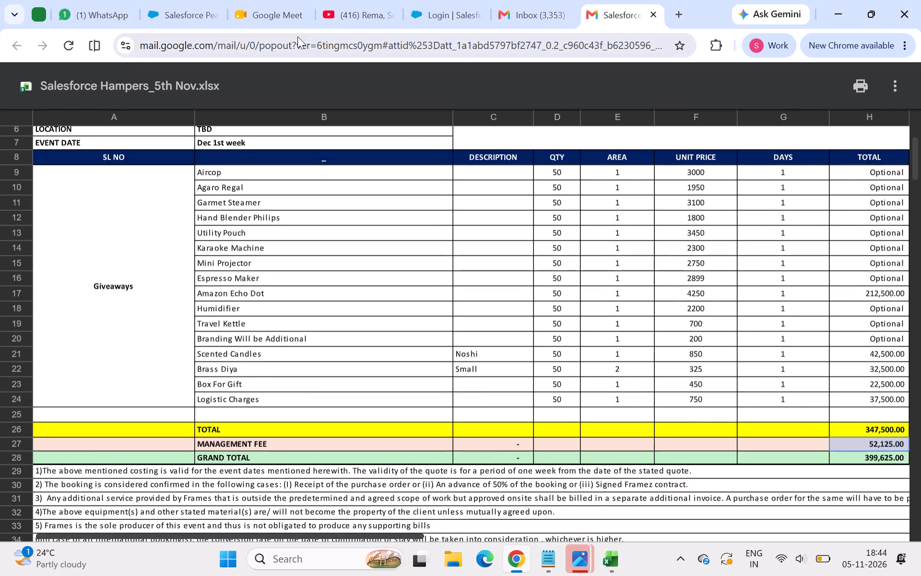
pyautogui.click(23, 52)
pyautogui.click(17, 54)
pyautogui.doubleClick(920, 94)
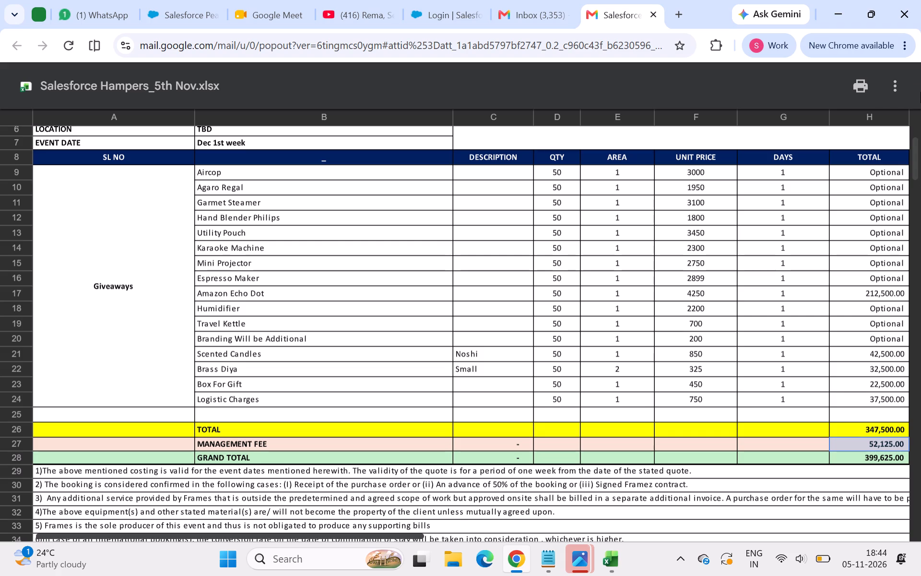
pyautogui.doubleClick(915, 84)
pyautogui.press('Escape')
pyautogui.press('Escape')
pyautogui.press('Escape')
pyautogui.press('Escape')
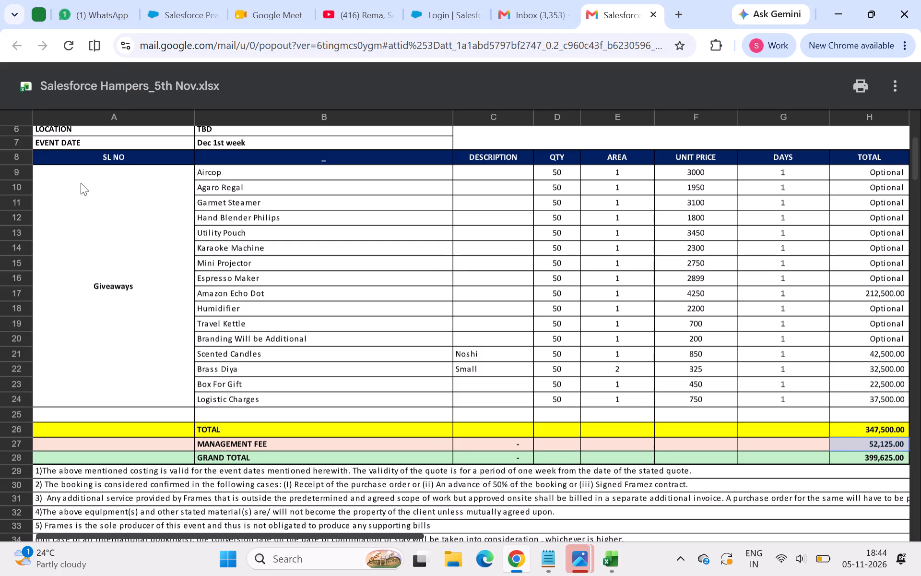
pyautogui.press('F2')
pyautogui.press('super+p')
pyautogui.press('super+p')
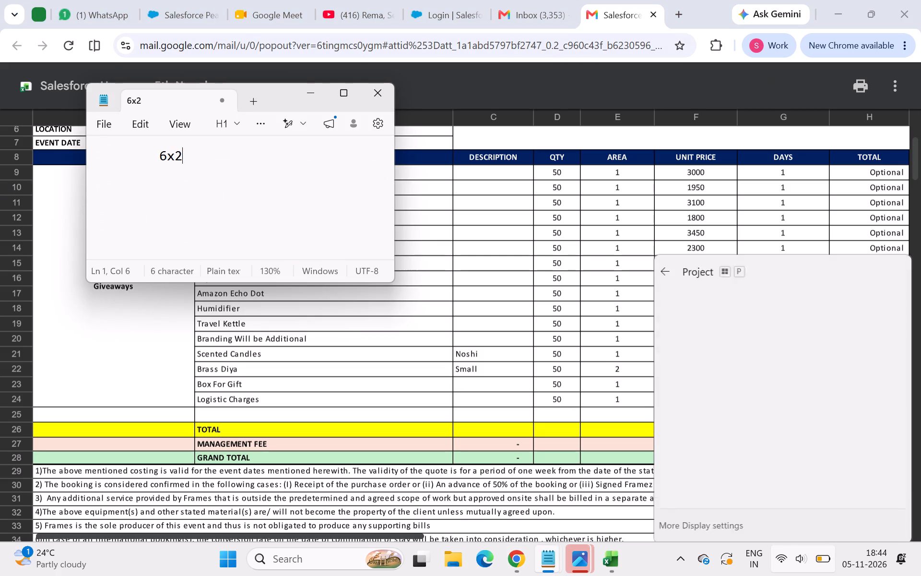
# Close the 6x2 text note in Notepad.
pyautogui.click(379, 98)
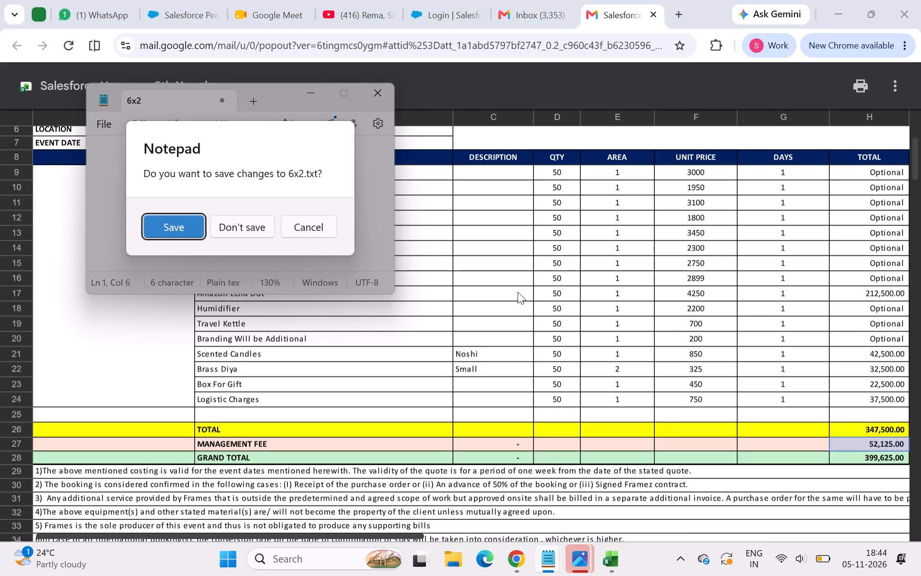
# Discard the unsaved changes to the 6x2.txt note.
pyautogui.click(249, 231)
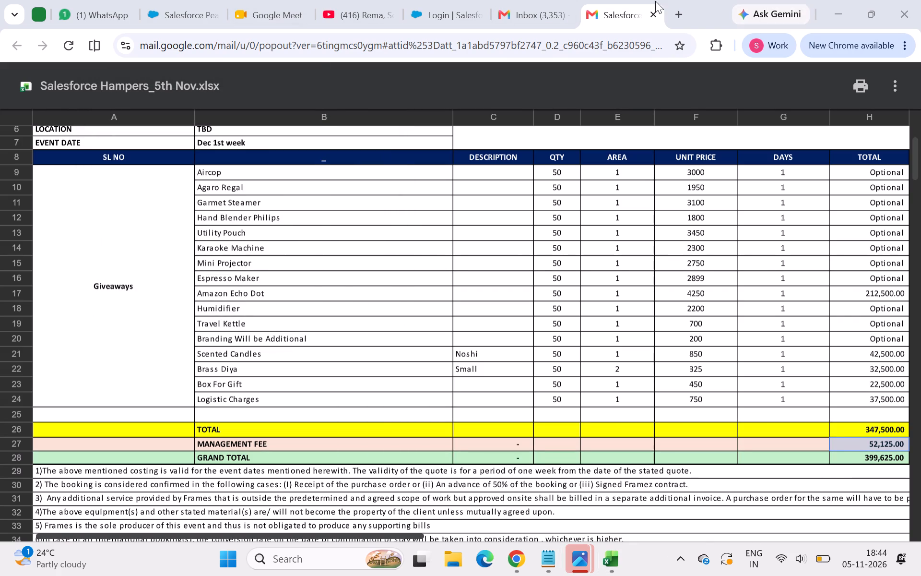
# Examine the total, management fee and grand total amounts in the Salesforce Hampers quote.
pyautogui.hscroll(-1, 735, 132)
pyautogui.hscroll(-1, 811, 390)
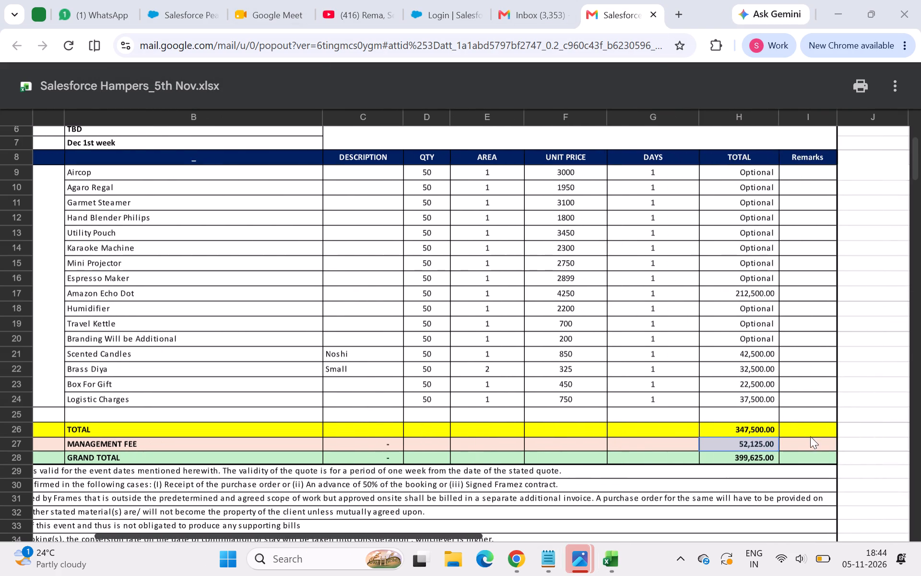
pyautogui.hscroll(-1, 732, 469)
pyautogui.click(742, 457)
pyautogui.hscroll(-1, 743, 457)
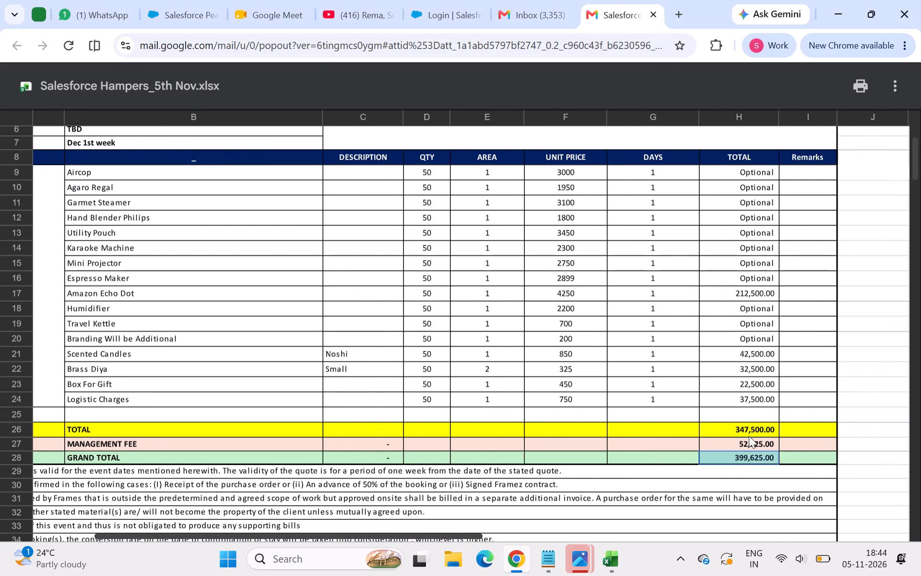
pyautogui.hscroll(-1, 750, 431)
pyautogui.moveTo(750, 425); pyautogui.dragTo(750, 441)
pyautogui.hscroll(-2, 750, 441)
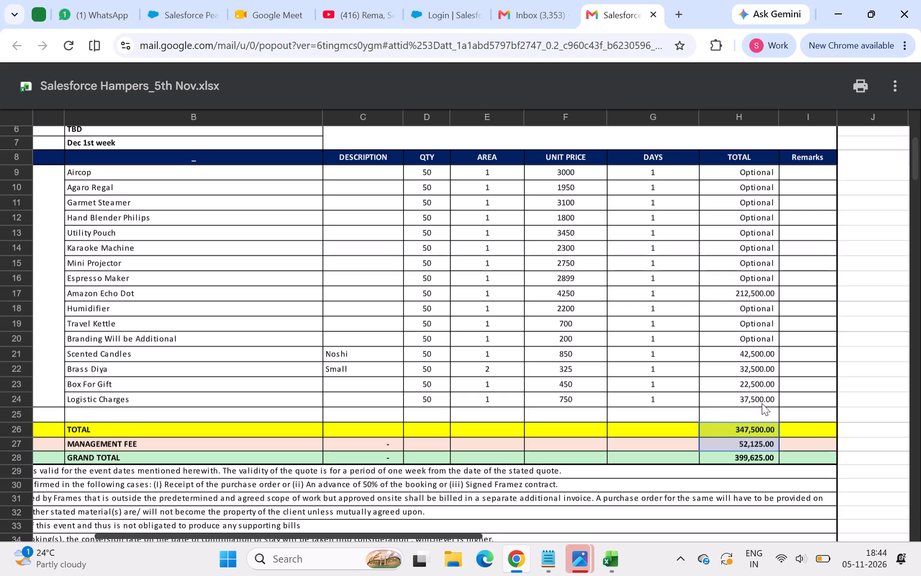